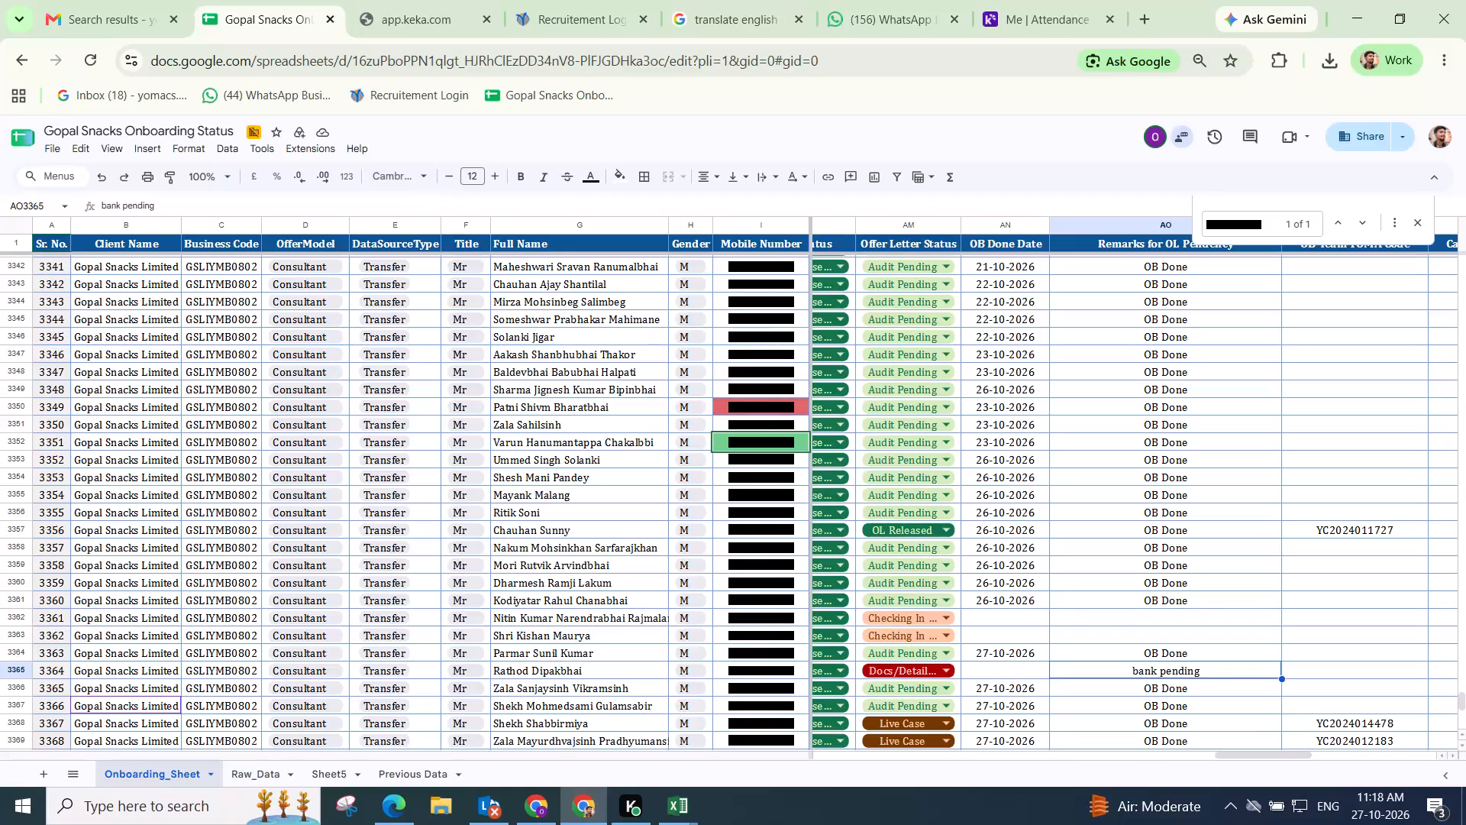
Switch to the All Clients Salary Breakup sheet and copy the CENTURY PLYBOARDS (INDIA) LIMITED client name from column A.
key(alt+Tab)
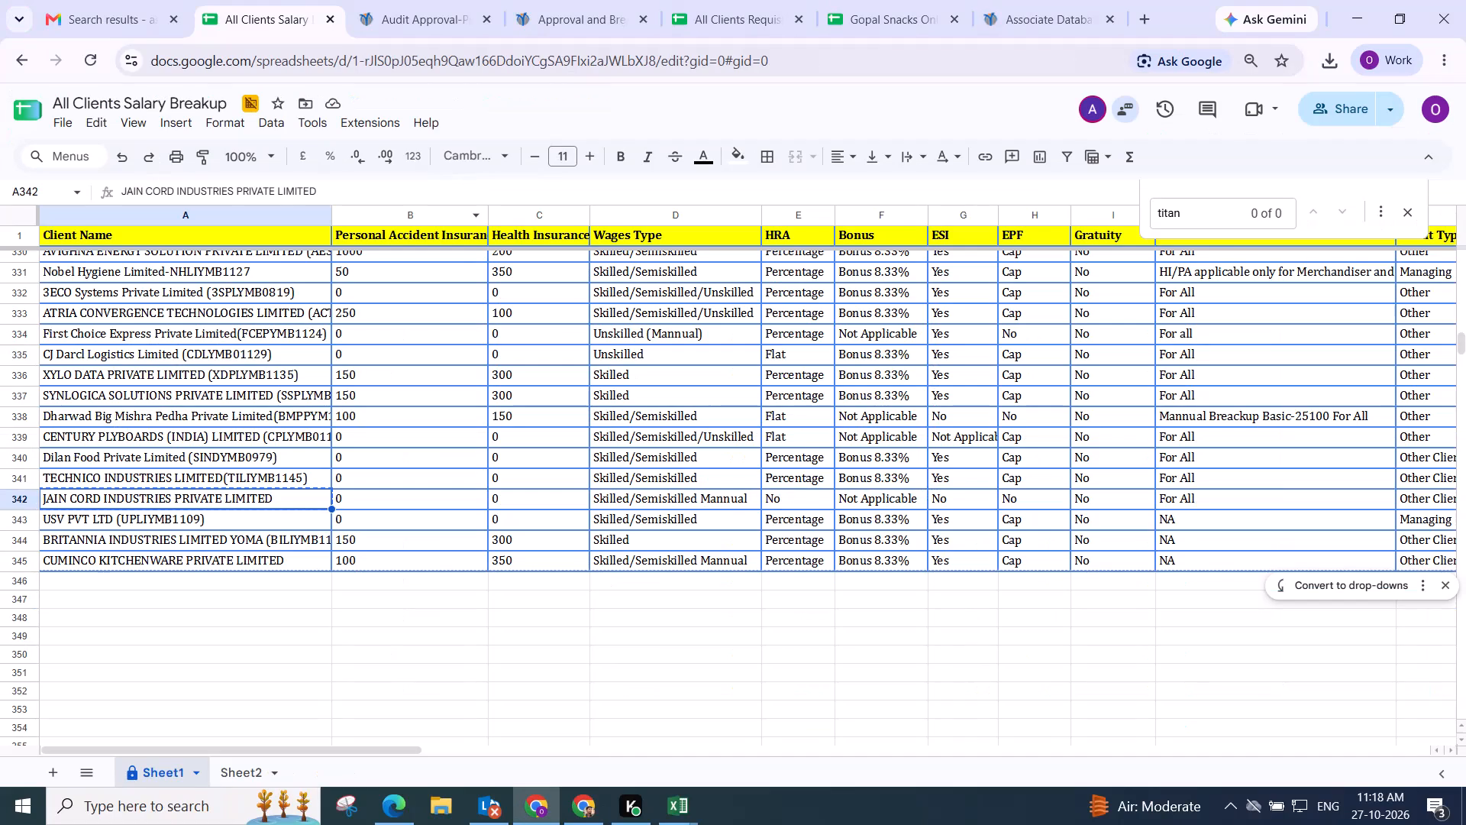
key(Up)
key(Up)
key(Up)
key(Up)
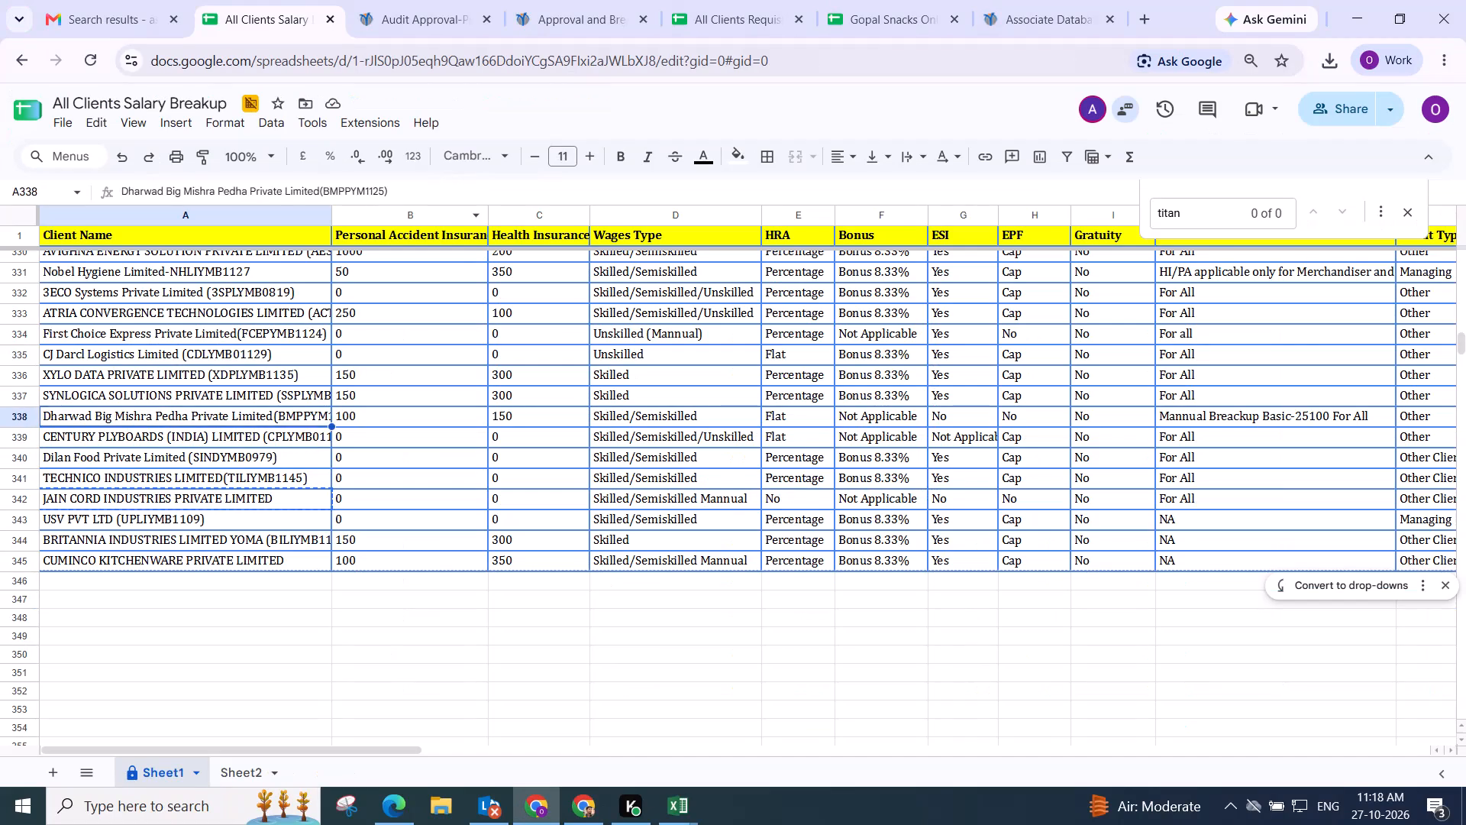
key(Up)
key(Up)
key(Down)
key(Down)
key(Down)
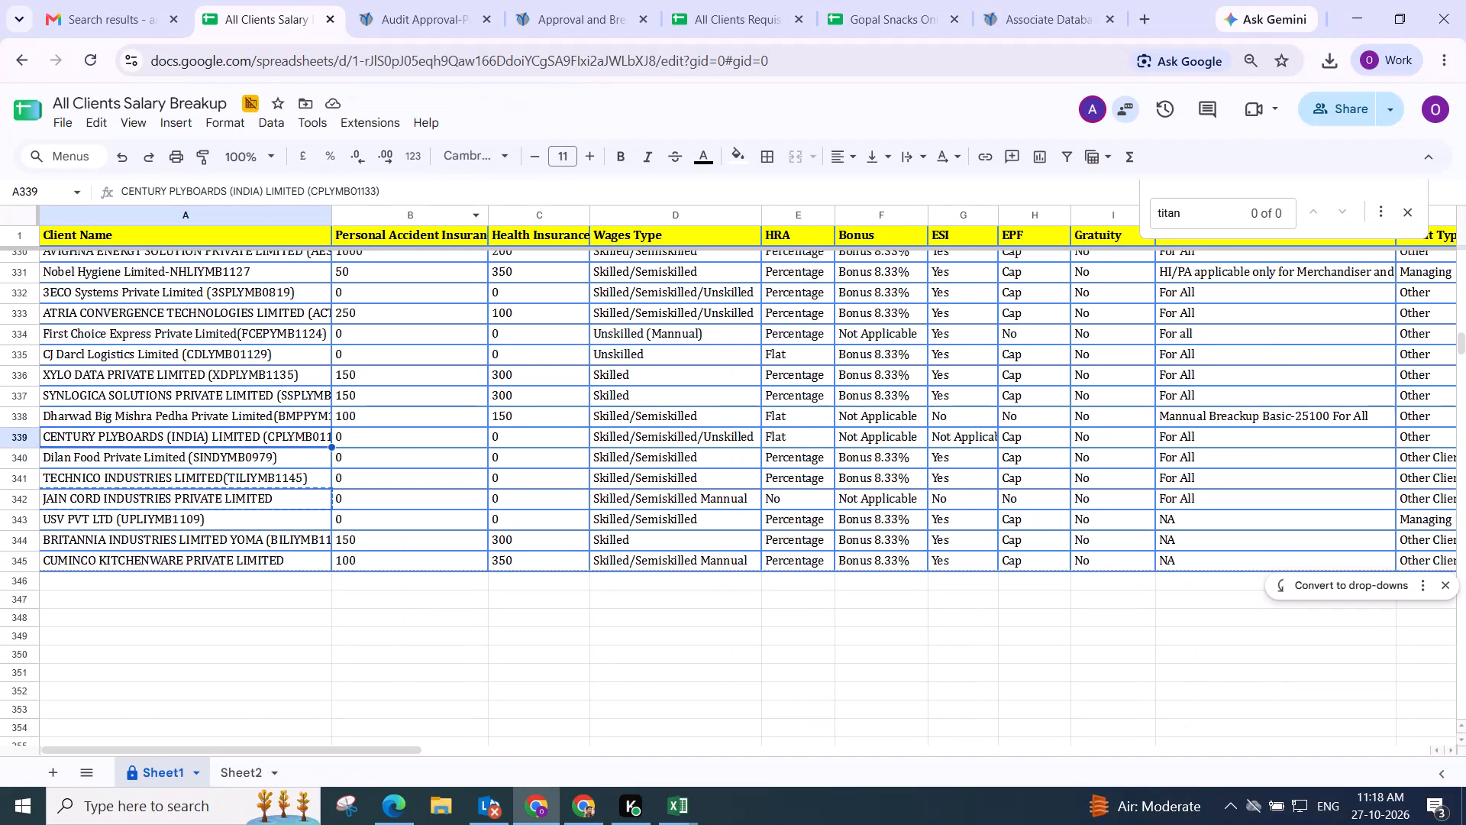
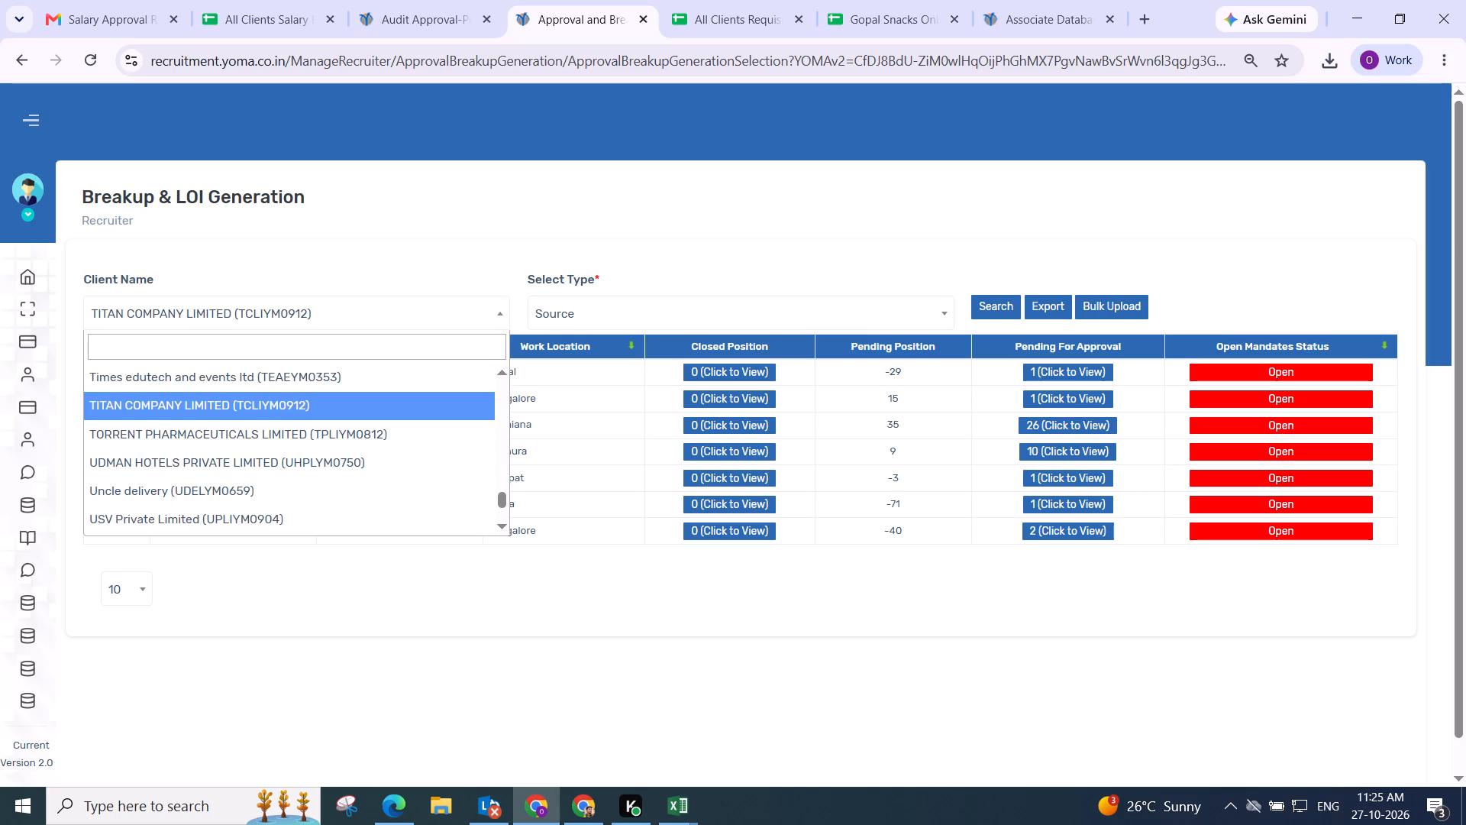
Select TITAN COMPANY LIMITED (TCLIYM0912) as the client name for Breakup & LOI Generation.
click(361, 309)
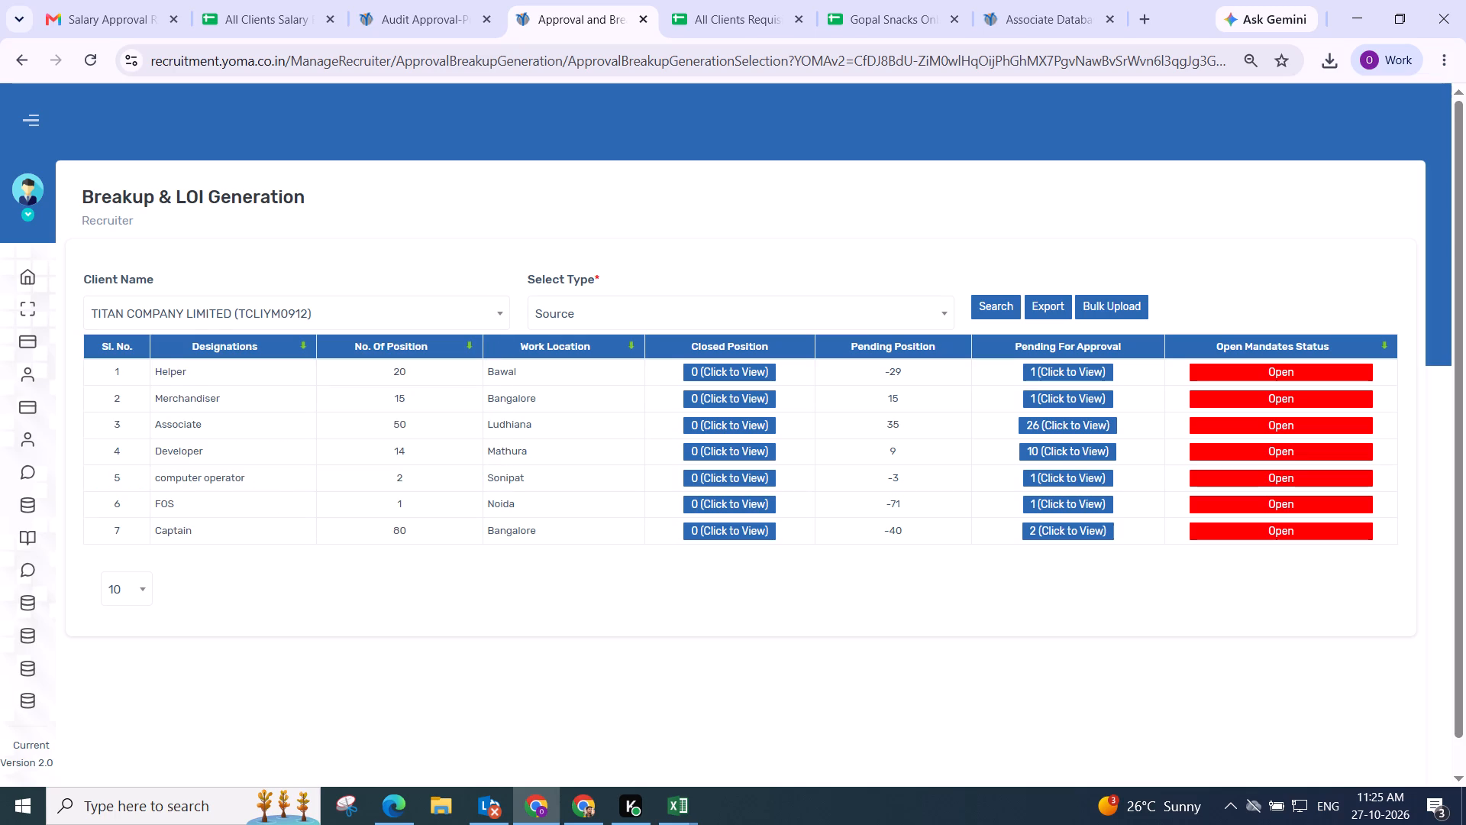
key(Return)
click(257, 432)
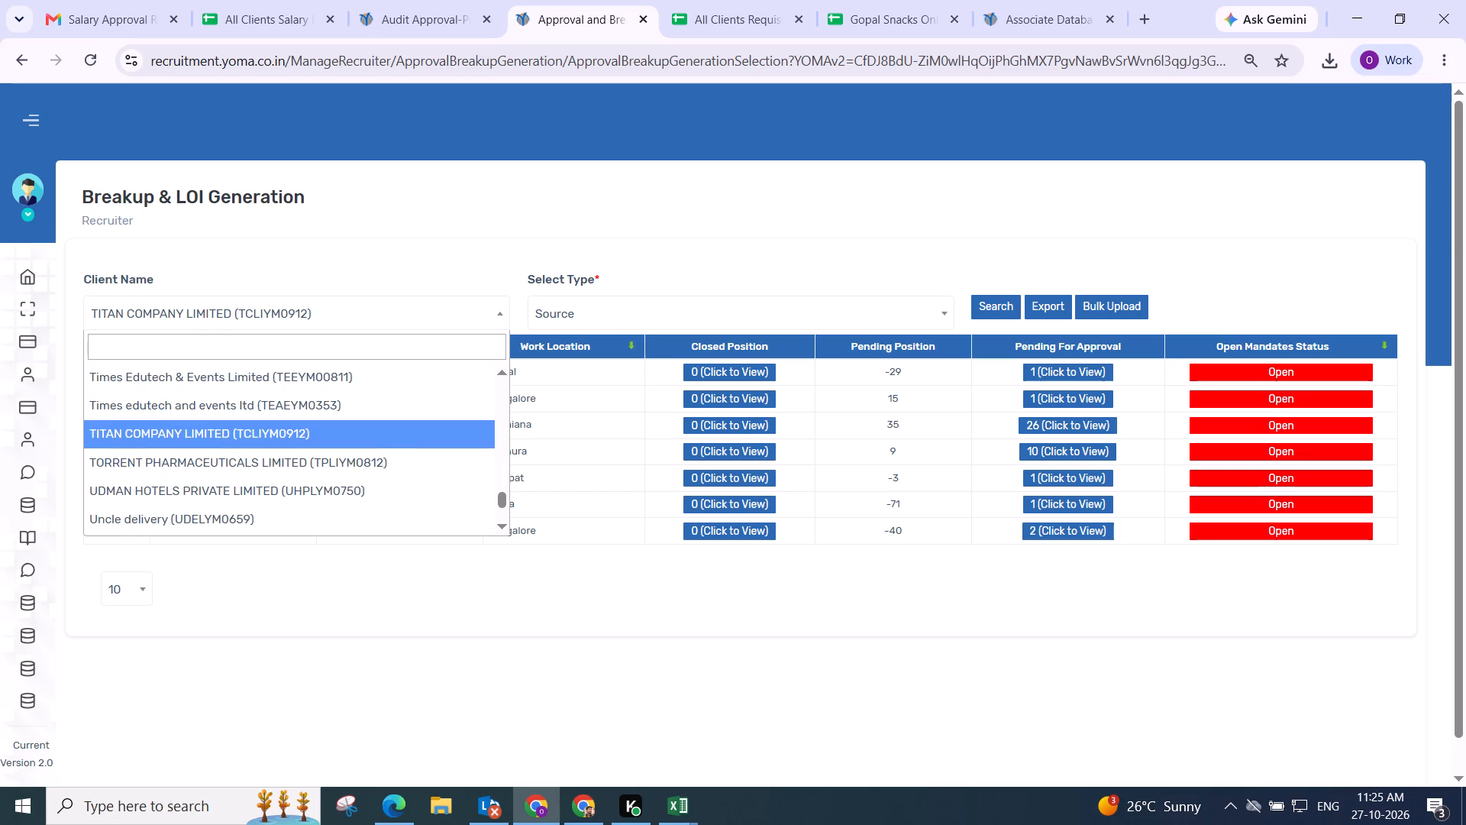
Search the selected client's positions and open the pending-for-approval candidates for the Filer Bench designation in Rudrapur.
click(996, 301)
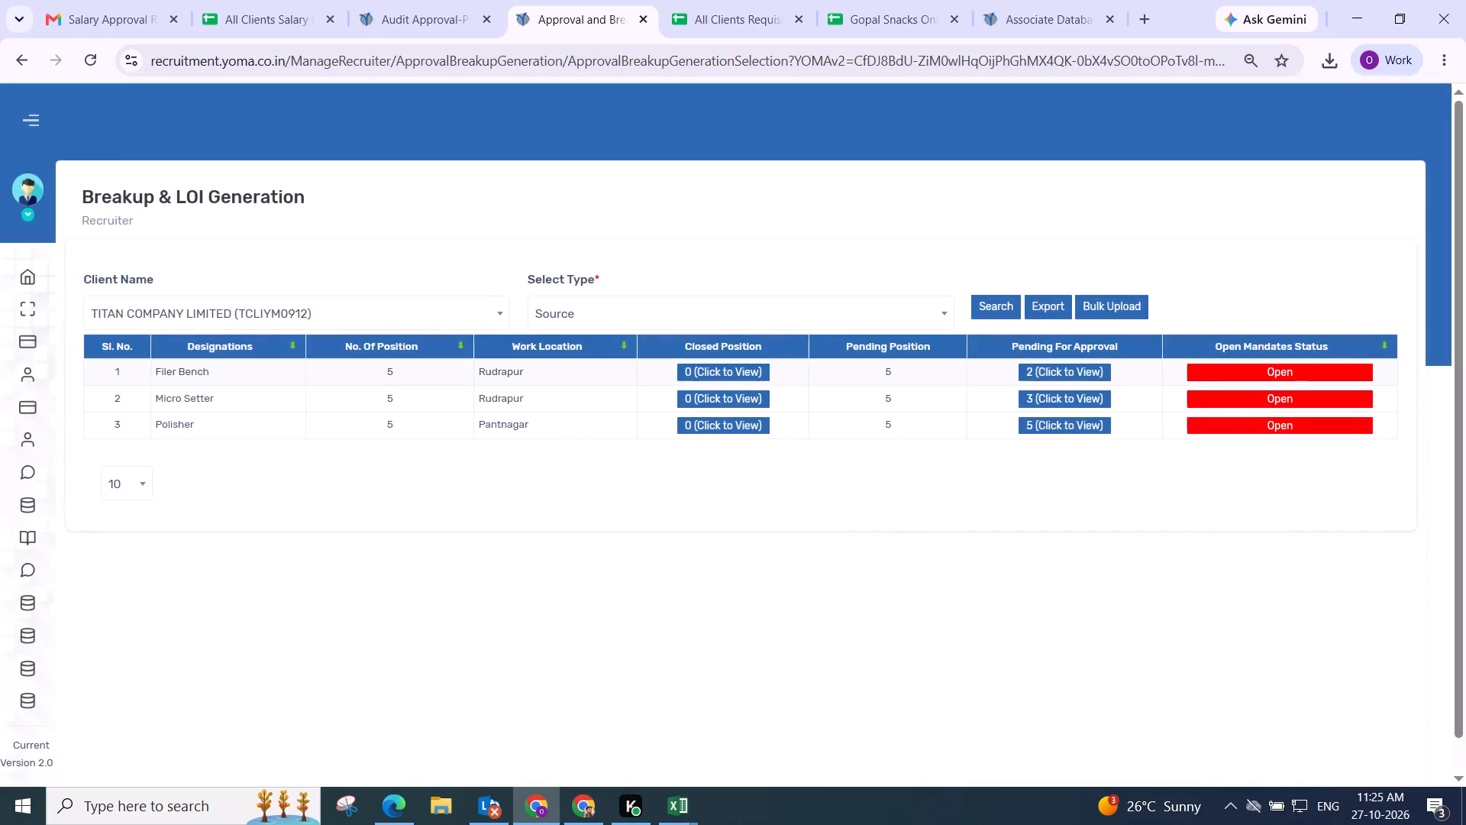
click(1054, 367)
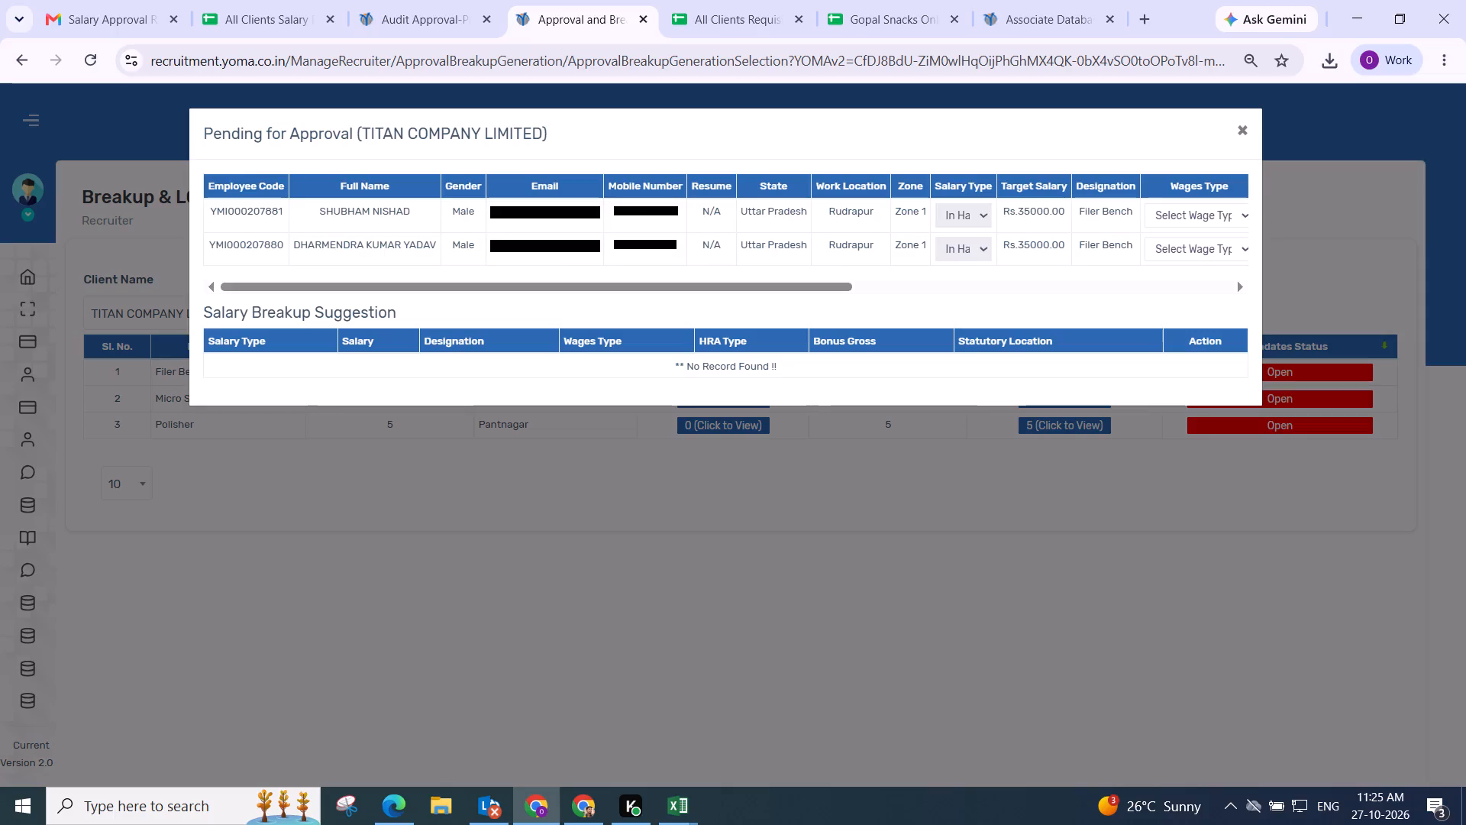
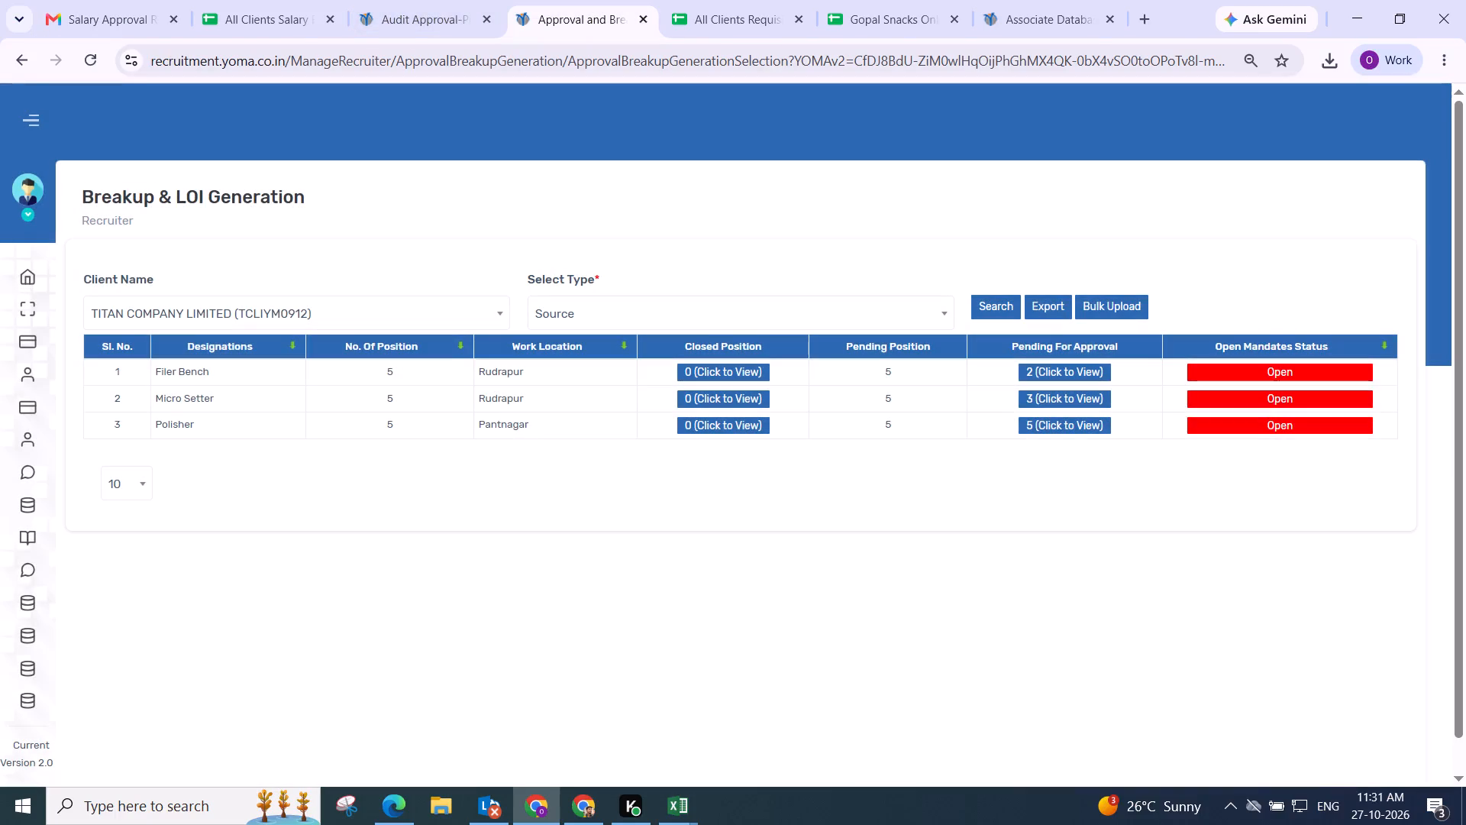
Find the word "Breakup" on the Breakup & LOI Generation page and copy the search term.
key(ctrl+c)
key(ctrl+f)
key(ctrl+v)
key(ctrl+f)
key(ctrl+c)
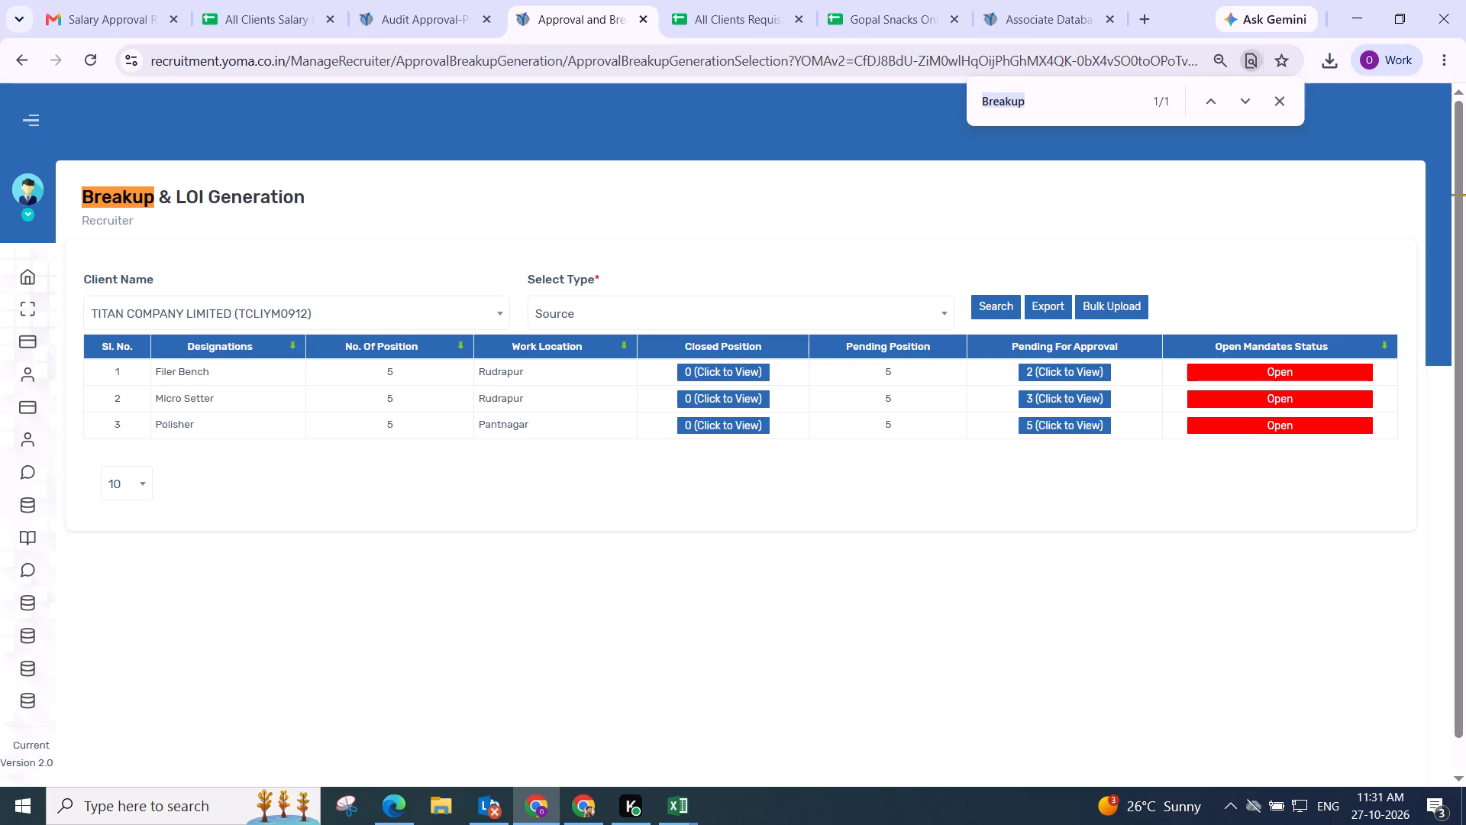
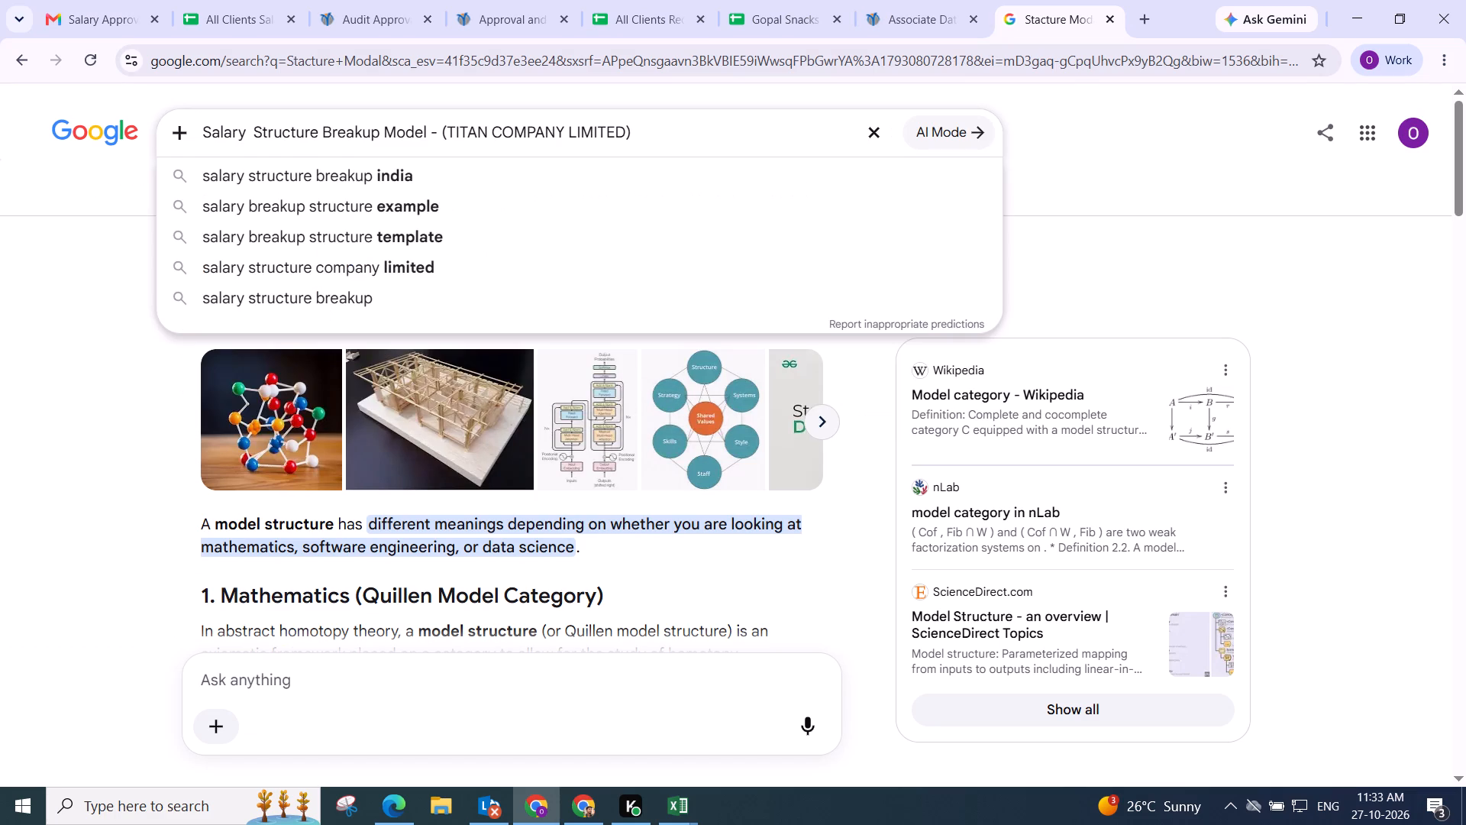
Remove "- (TITAN COMPANY LIMITED)" from the search query and search the web for "Salary Structure Breakup Model".
key(shift+Left)
key(shift+Left)
key(shift+Left)
key(shift+Left)
key(shift+Left)
key(shift+Left)
key(shift+Left)
key(shift+Left)
key(shift+Left)
key(shift+Left)
key(shift+Left)
key(shift+Left)
key(shift+Left)
key(shift+Left)
key(shift+Left)
key(shift+Left)
key(shift+Left)
key(shift+Left)
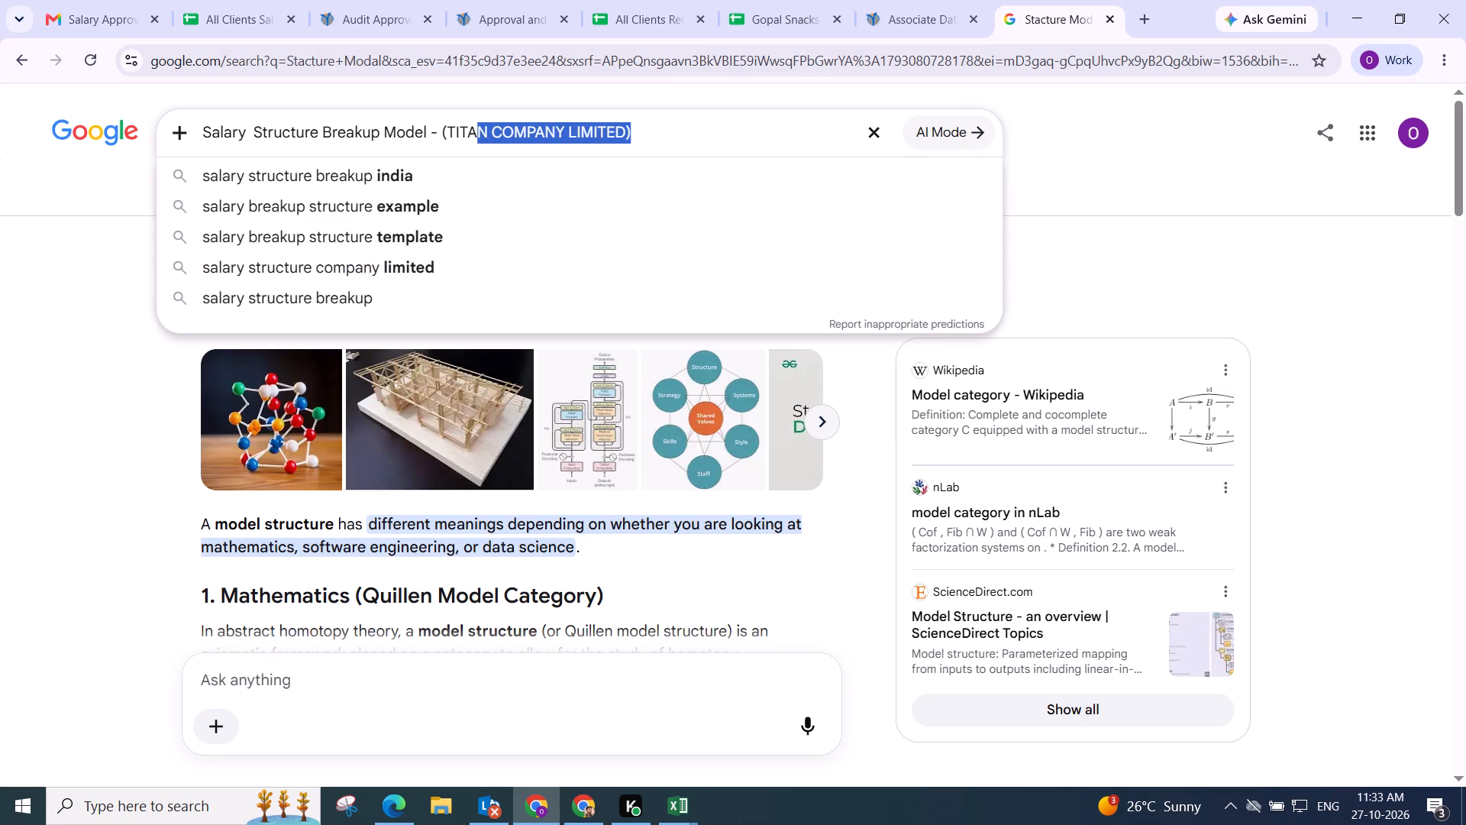
key(shift+Left)
key(shift+Left)
key(shift+Left)
key(shift+Left)
key(shift+Left)
key(shift+Left)
key(shift+Left)
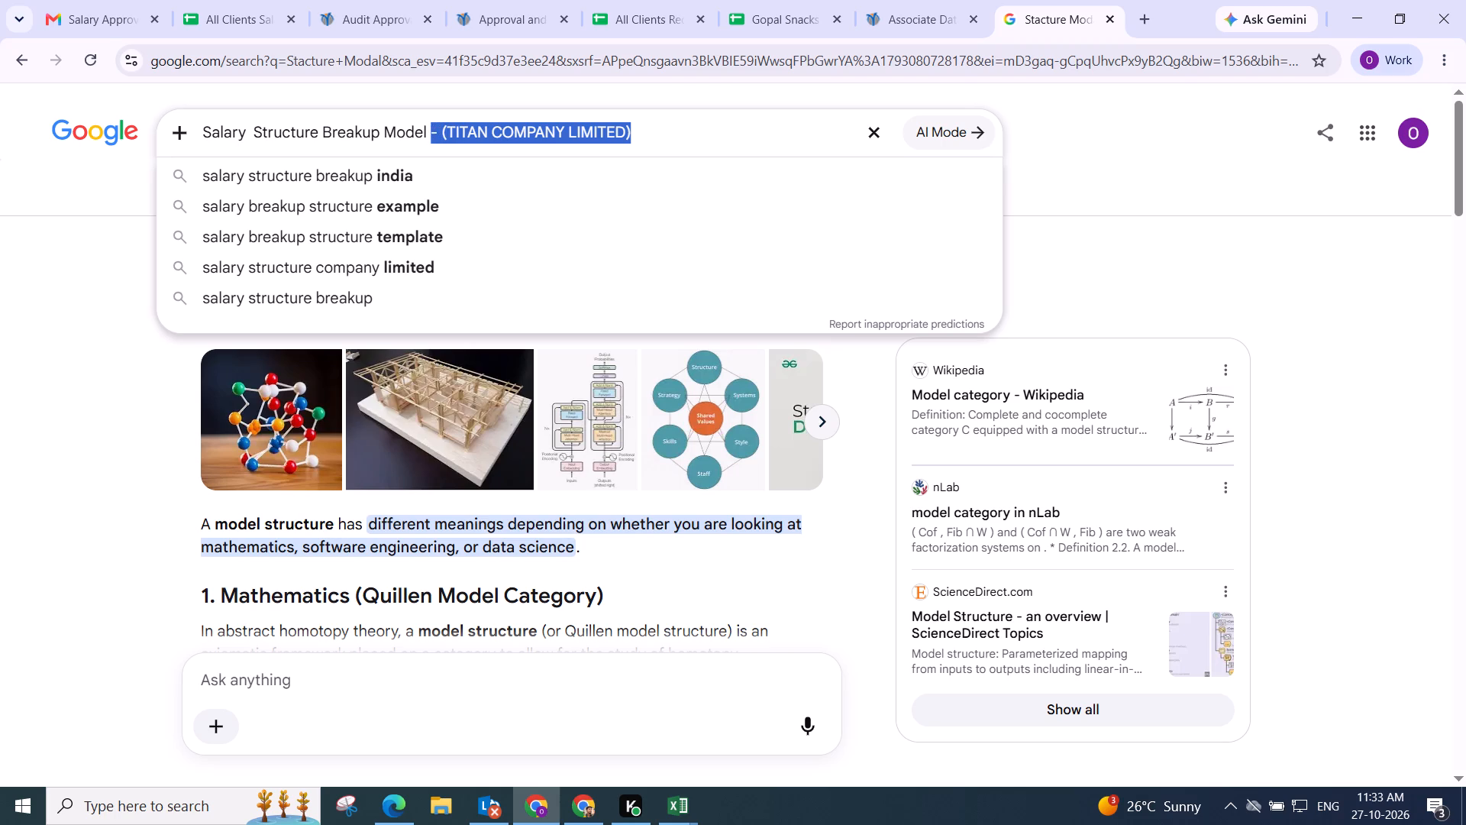
key(BackSpace)
key(Return)
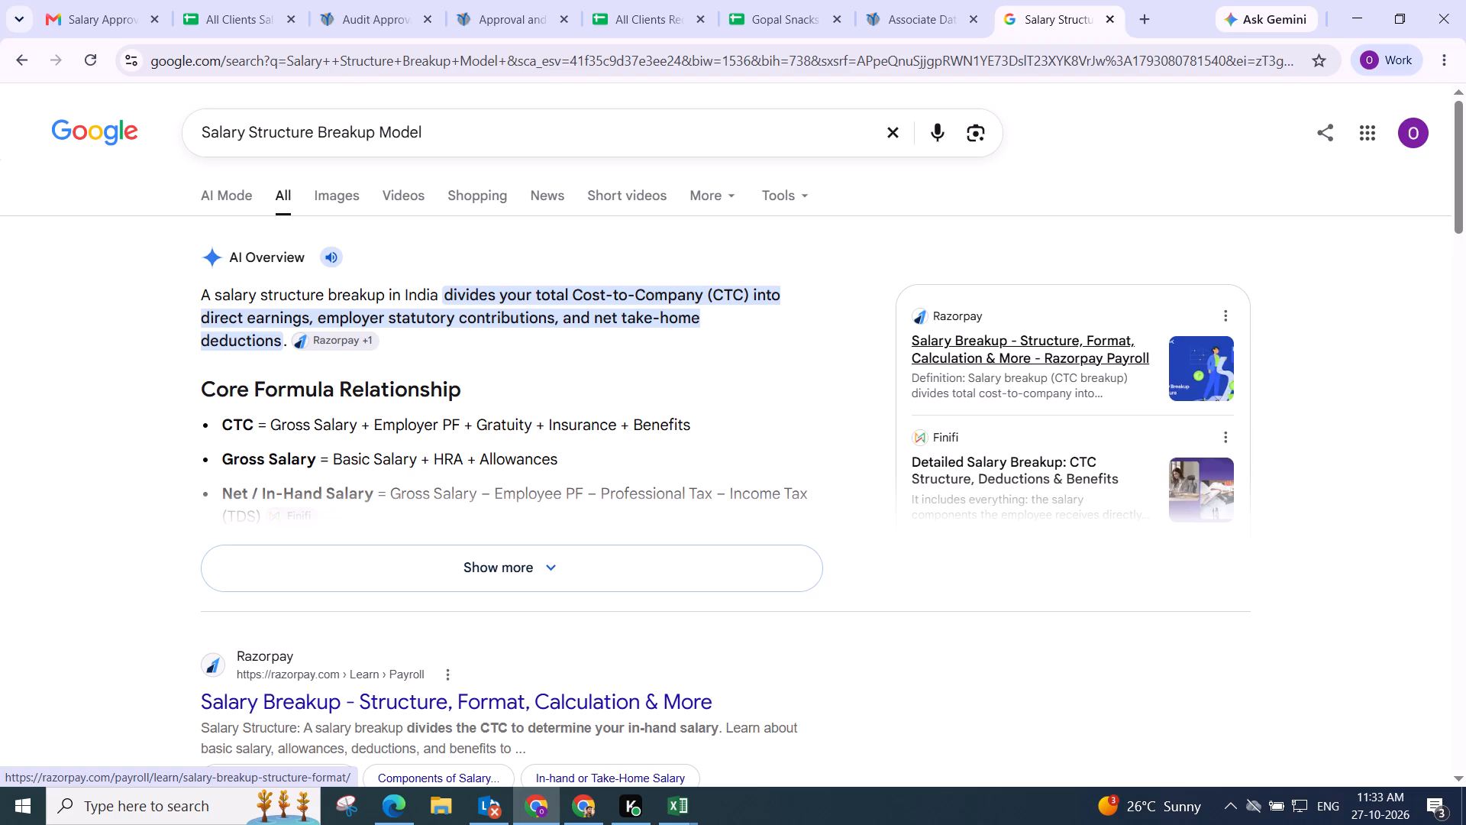
Look through the search results for pages on salary structure breakup, checking the wording used in their titles and summaries.
scroll(902, 447, down, 1)
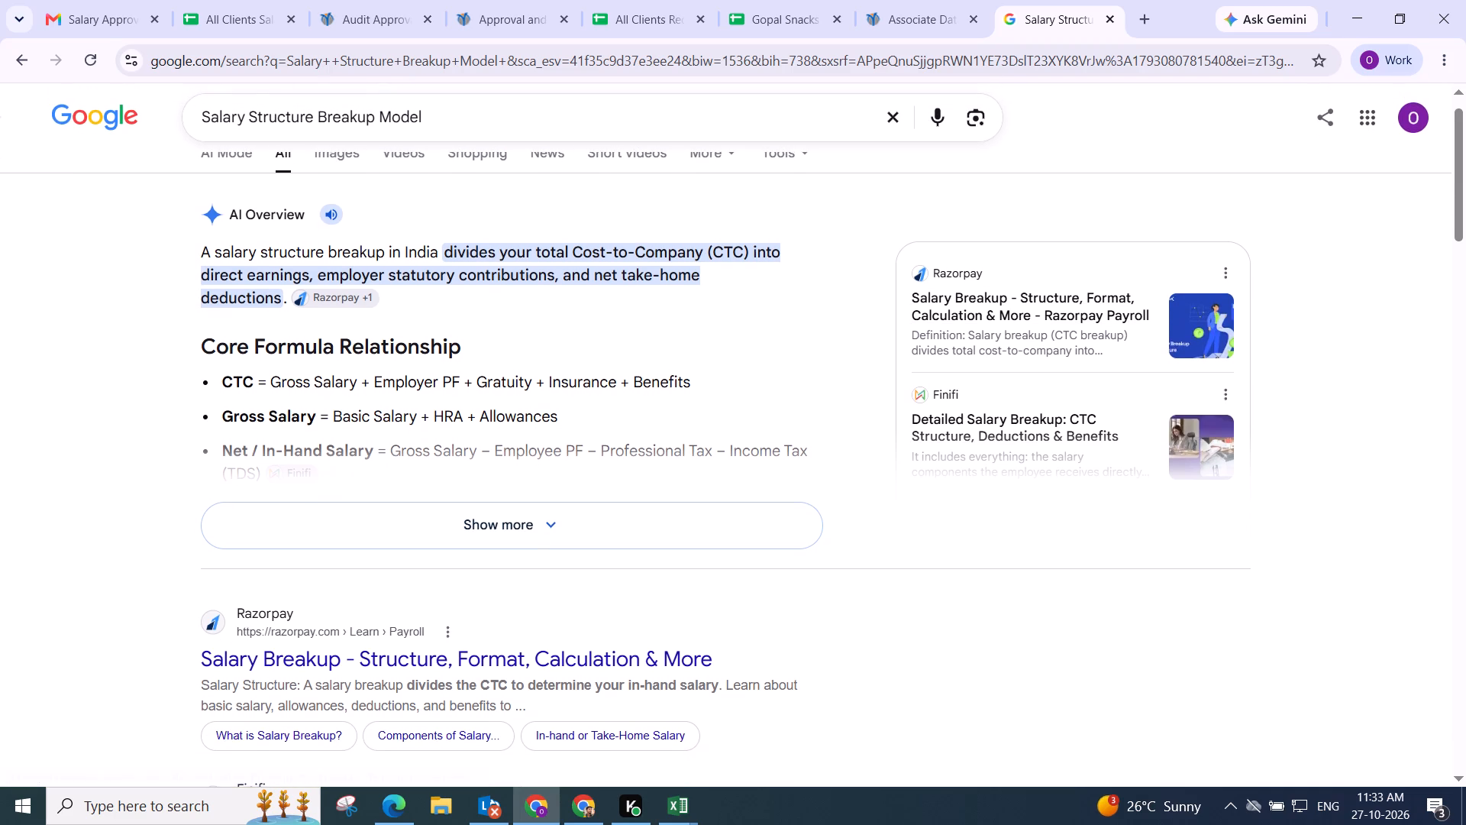
scroll(902, 447, down, 2)
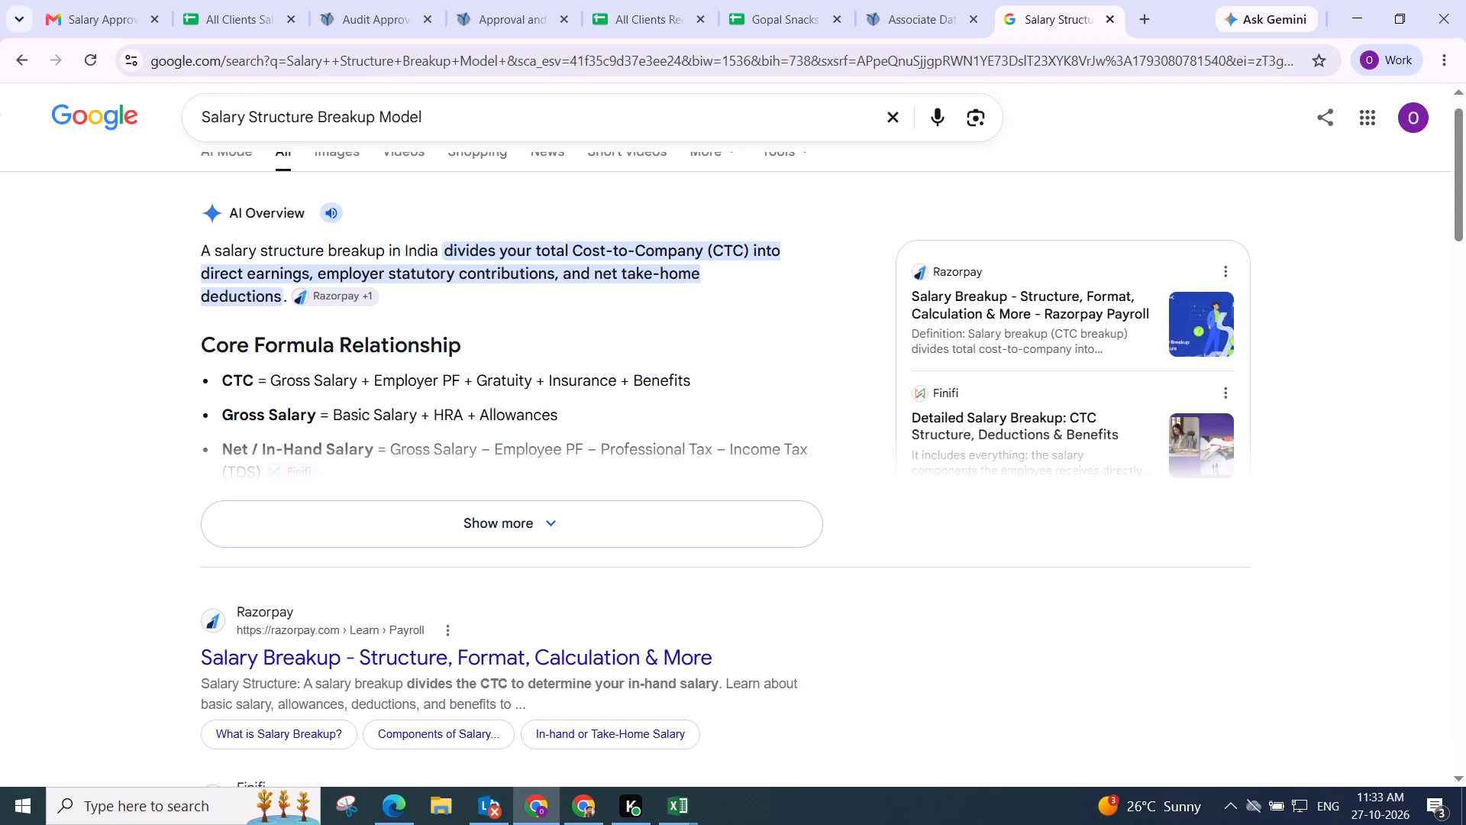
scroll(902, 447, down, 1)
scroll(703, 524, down, 1)
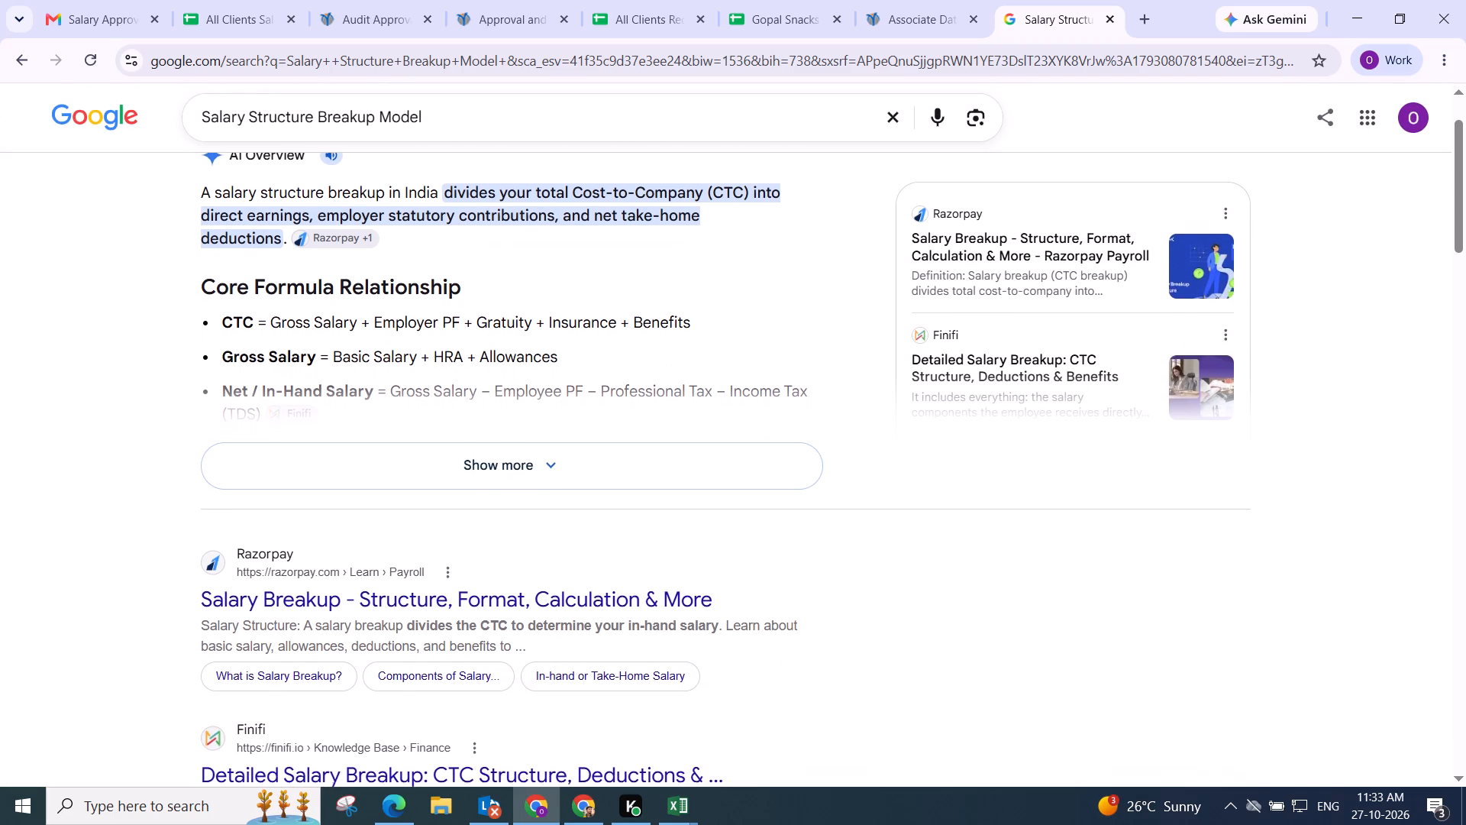
scroll(703, 524, down, 1)
scroll(565, 541, down, 1)
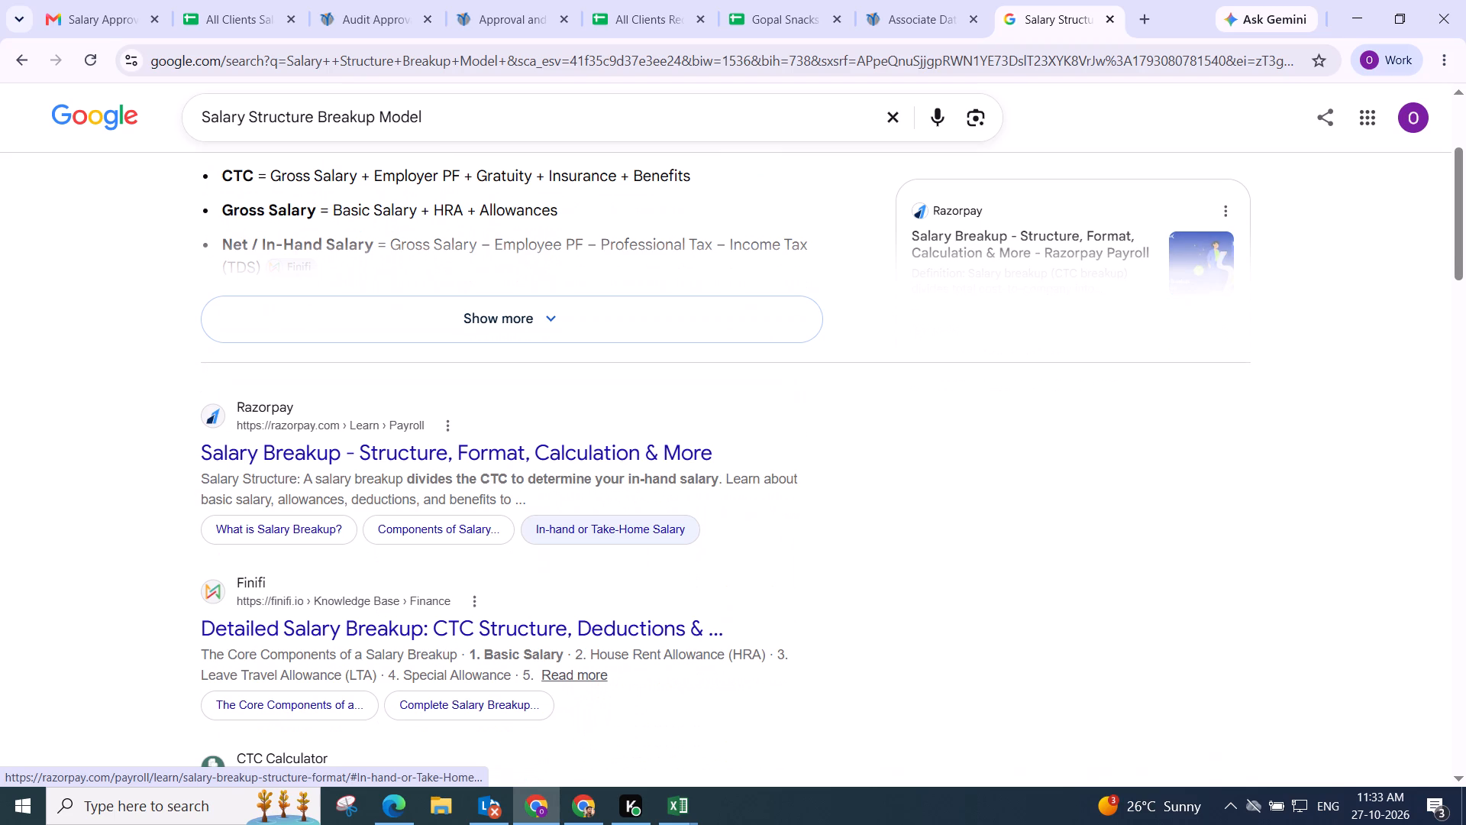